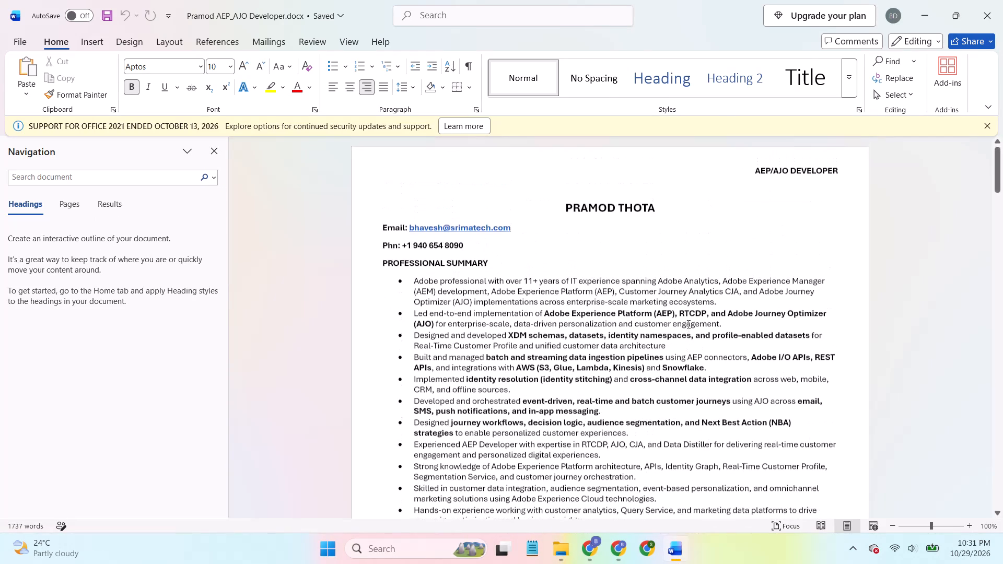
Follow up on the Office 2021 end-of-support notice for more information, clearing it from above the resume.
{"action": "scroll", "coordinate": [687, 324], "scroll_direction": "up", "scroll_amount": 2}
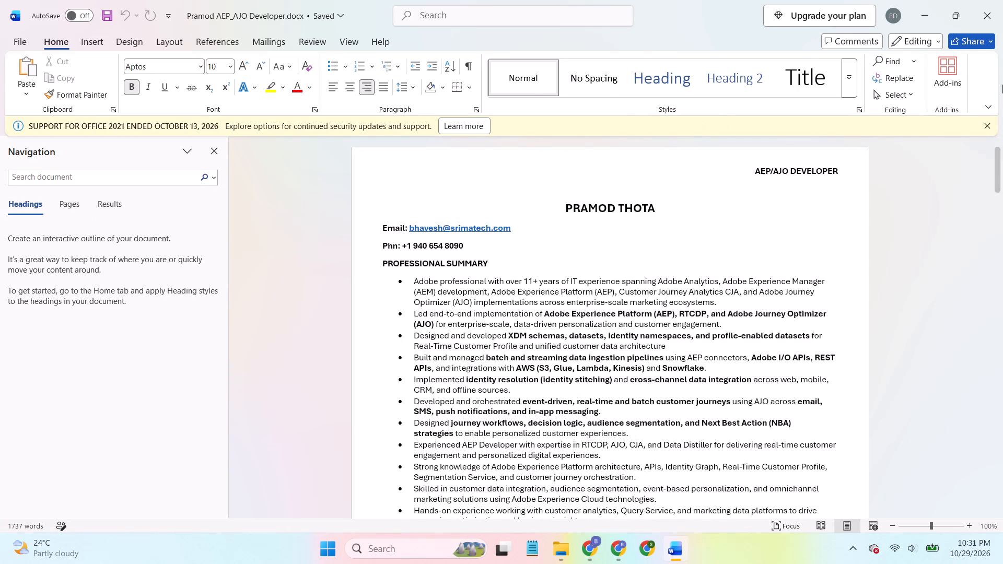
{"action": "left_click", "coordinate": [471, 128]}
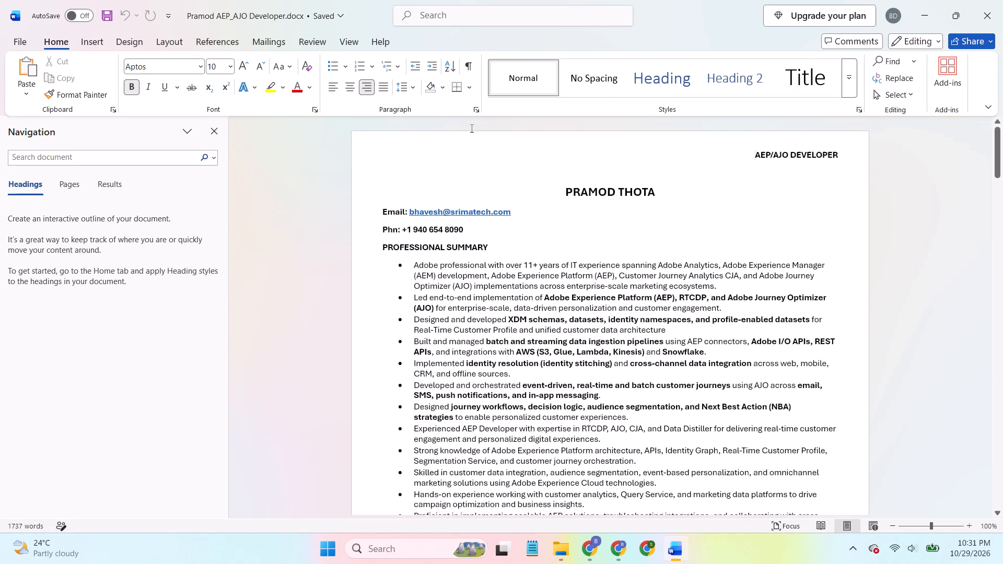
Skim the AEP/AJO developer resume from the professional summary through the final client's responsibilities and environment, returning to its beginning.
{"action": "left_click", "coordinate": [885, 253]}
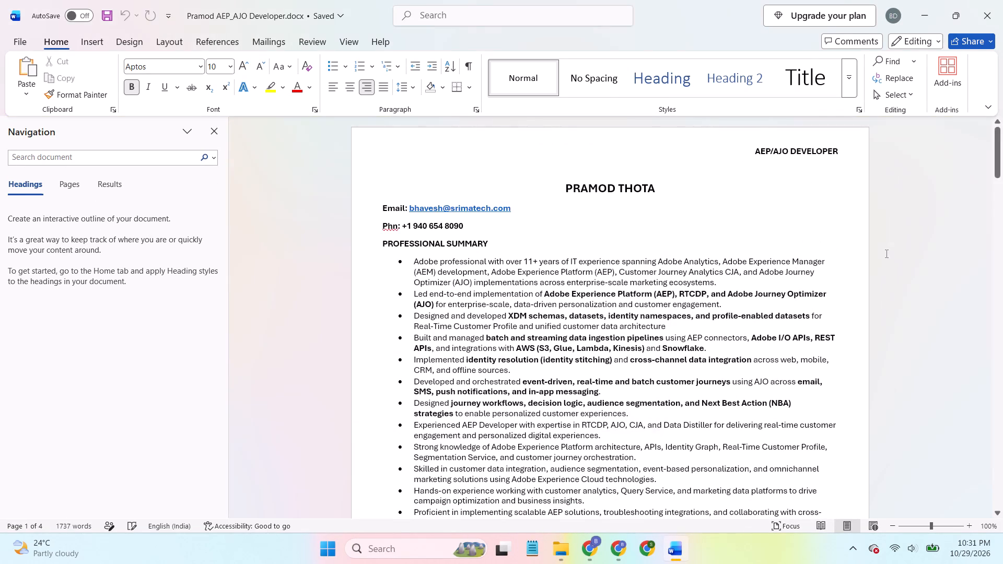
{"action": "scroll", "coordinate": [885, 253], "scroll_direction": "down", "scroll_amount": 2}
{"action": "scroll", "coordinate": [885, 253], "scroll_direction": "up", "scroll_amount": 1}
{"action": "scroll", "coordinate": [885, 253], "scroll_direction": "down", "scroll_amount": 3}
{"action": "left_click_drag", "start_coordinate": [1000, 185], "coordinate": [987, 468]}
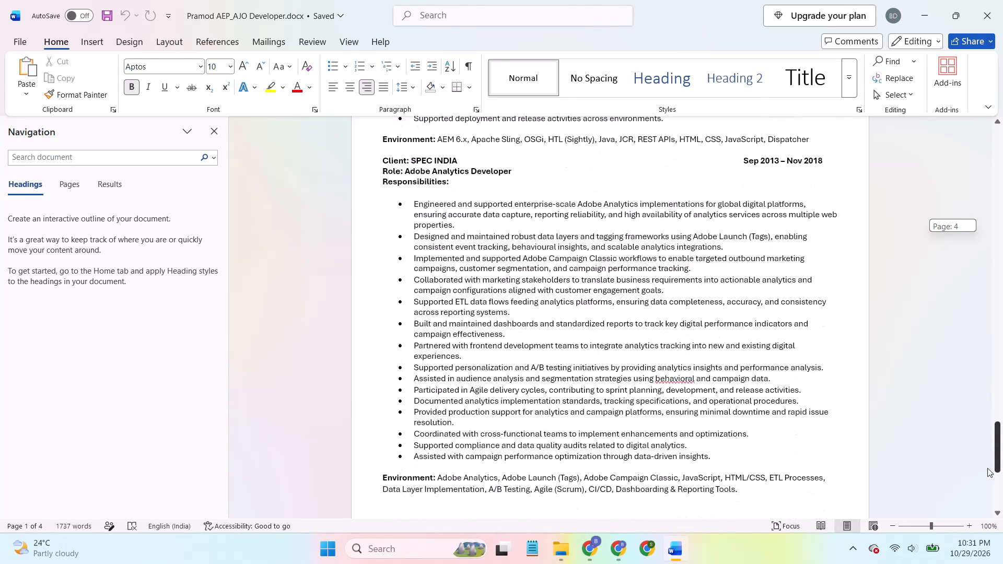
{"action": "left_click_drag", "start_coordinate": [987, 468], "coordinate": [1002, 138]}
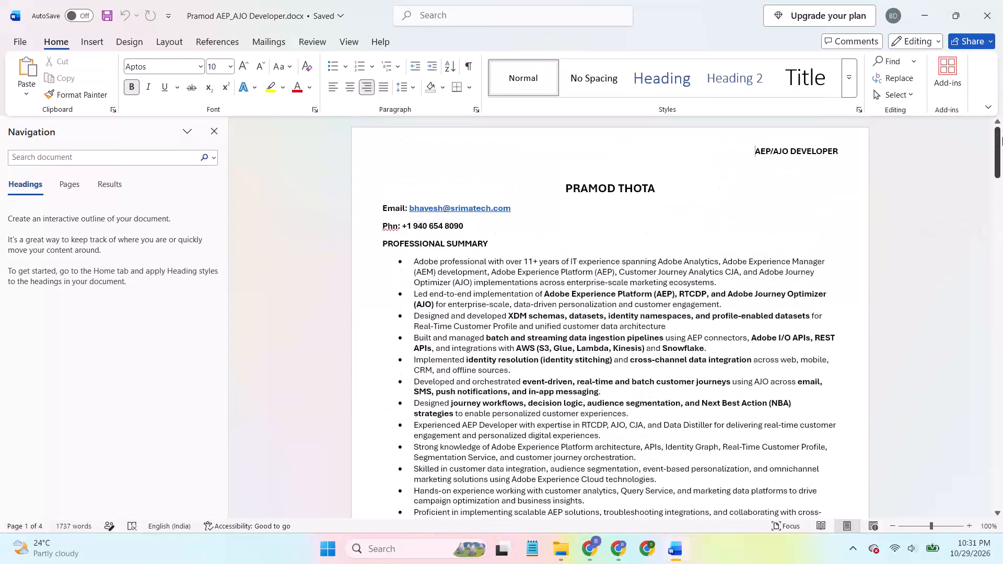
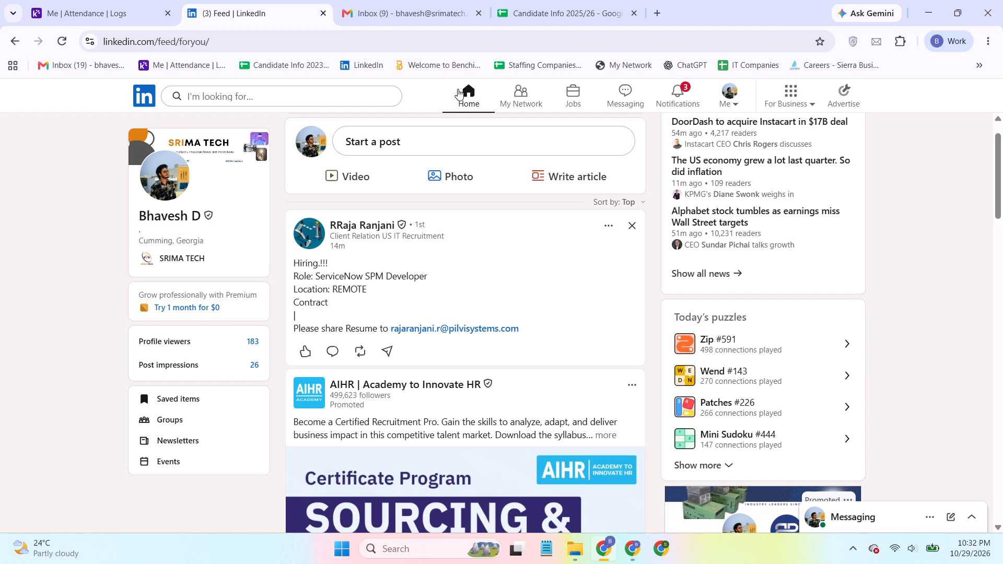
Switch to the LinkedIn home feed in Chrome and refresh it twice to check the newest hiring posts.
{"action": "scroll", "coordinate": [458, 89], "scroll_direction": "down", "scroll_amount": 1}
{"action": "scroll", "coordinate": [461, 206], "scroll_direction": "down", "scroll_amount": 4}
{"action": "left_click", "coordinate": [459, 92]}
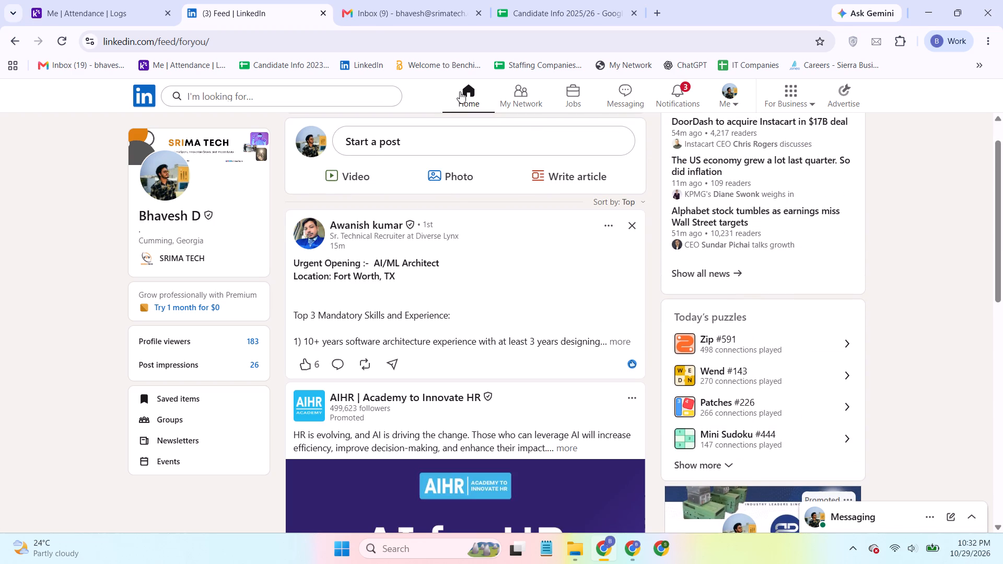
{"action": "left_click", "coordinate": [460, 91]}
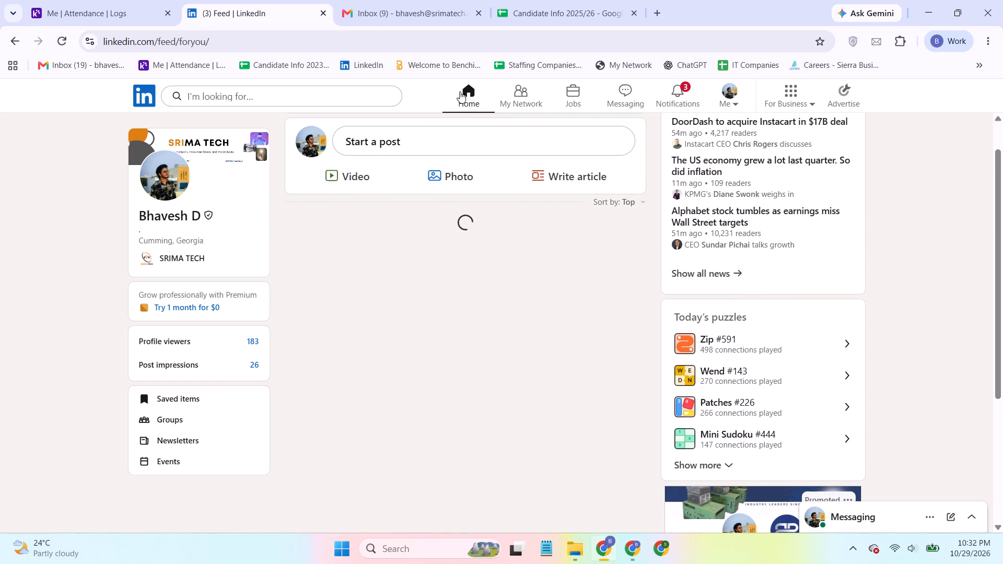
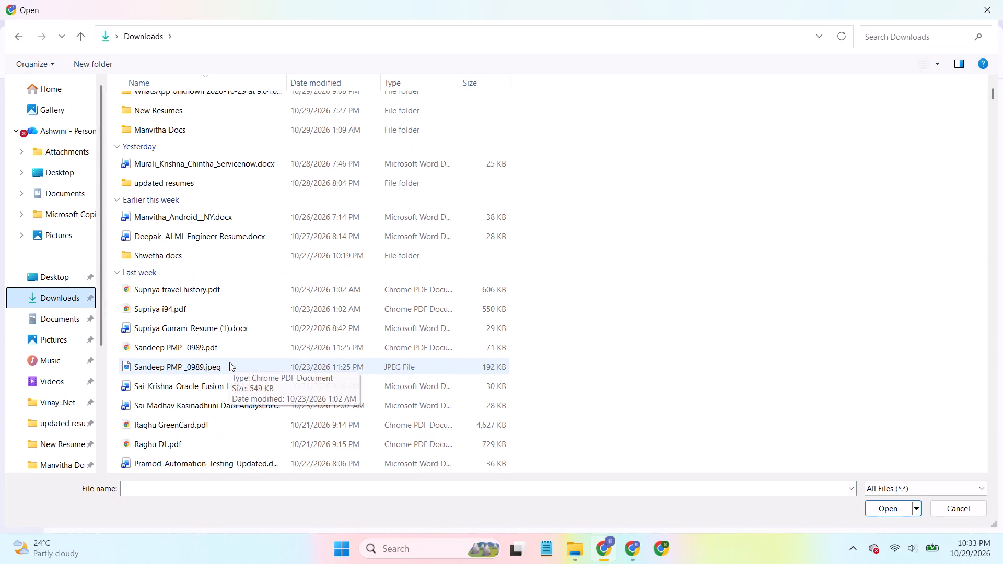
Look through the older files in the Downloads folder for the document to open in the browser.
{"action": "scroll", "coordinate": [240, 373], "scroll_direction": "down", "scroll_amount": 2}
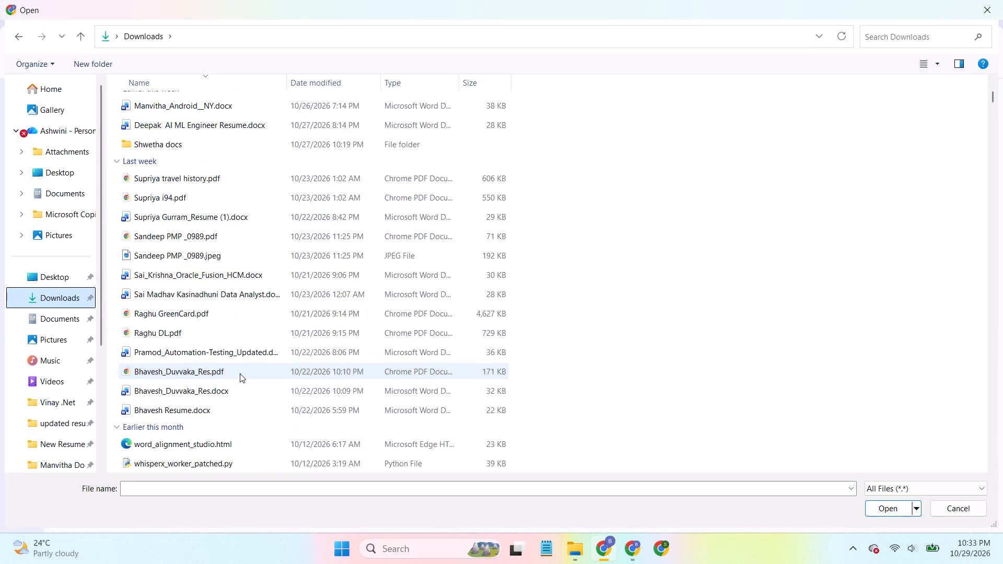
{"action": "scroll", "coordinate": [240, 374], "scroll_direction": "down", "scroll_amount": 3}
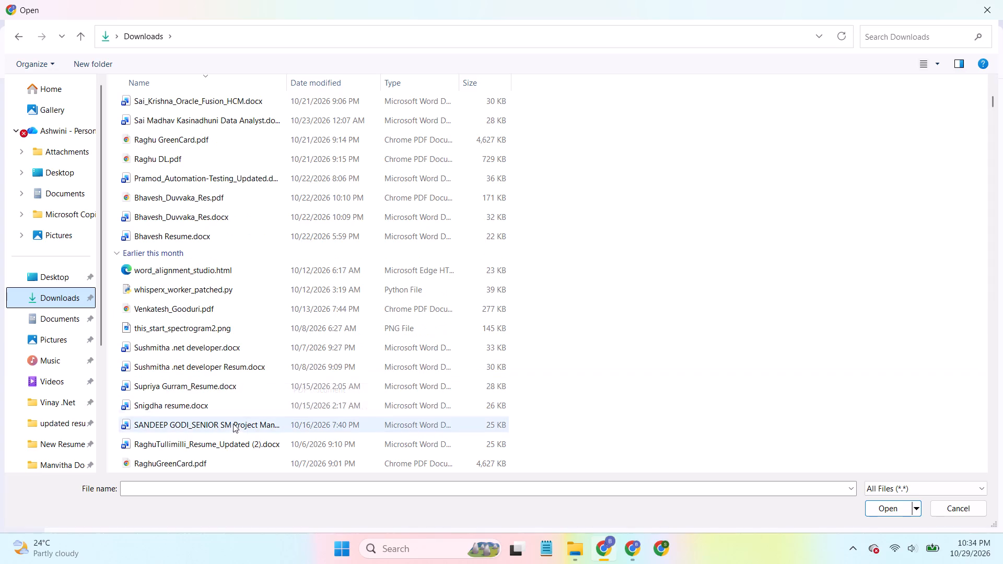
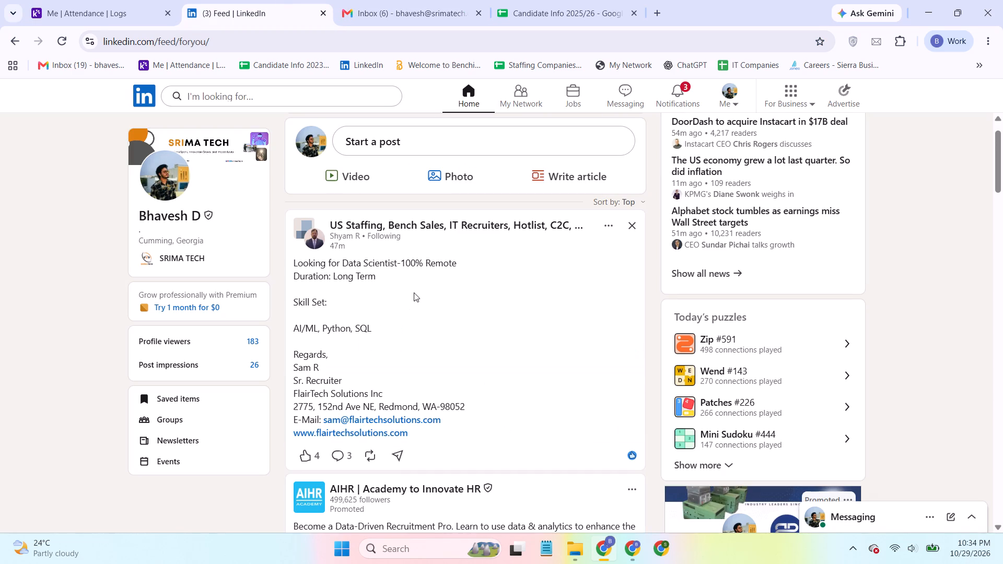
Comment on the 100% remote Data Scientist post with the work e-mail address saved in the clipboard history.
{"action": "scroll", "coordinate": [414, 291], "scroll_direction": "down", "scroll_amount": 1}
{"action": "left_click", "coordinate": [348, 381]}
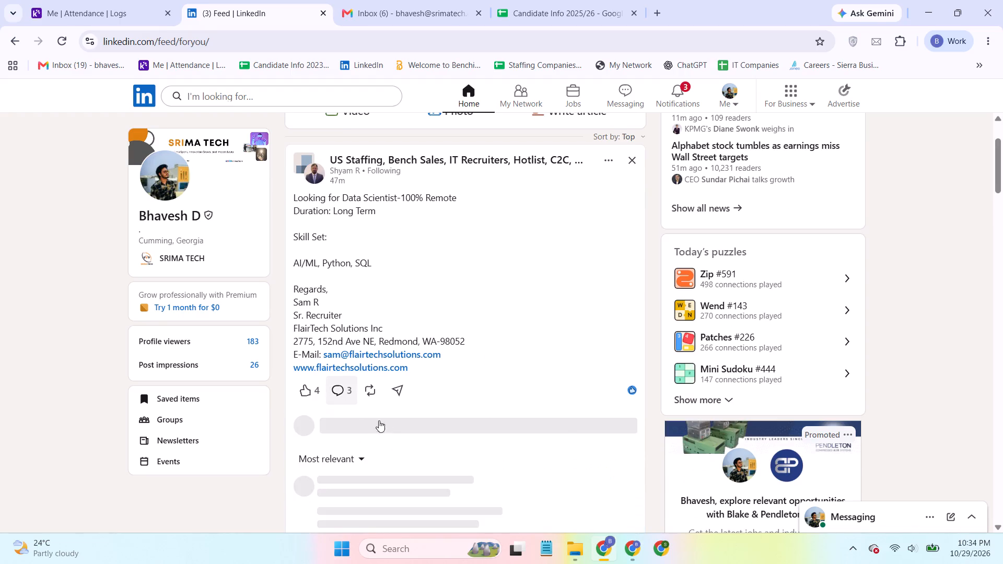
{"action": "left_click", "coordinate": [422, 417]}
{"action": "key", "text": "super+v"}
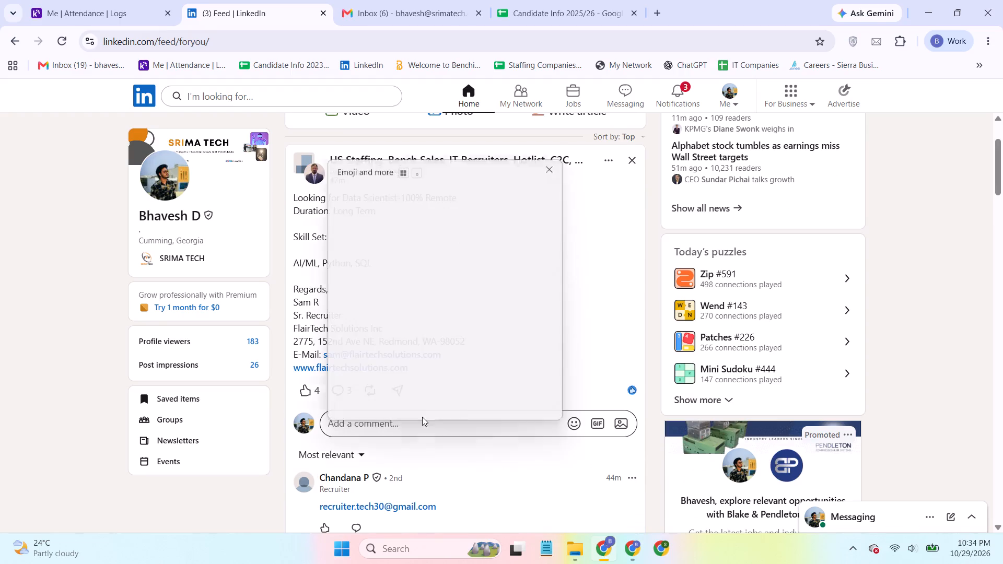
{"action": "scroll", "coordinate": [451, 357], "scroll_direction": "down", "scroll_amount": 15}
{"action": "scroll", "coordinate": [451, 357], "scroll_direction": "up", "scroll_amount": 1}
{"action": "scroll", "coordinate": [451, 357], "scroll_direction": "down", "scroll_amount": 14}
{"action": "scroll", "coordinate": [451, 357], "scroll_direction": "up", "scroll_amount": 1}
{"action": "scroll", "coordinate": [451, 357], "scroll_direction": "down", "scroll_amount": 17}
{"action": "scroll", "coordinate": [451, 357], "scroll_direction": "up", "scroll_amount": 1}
{"action": "scroll", "coordinate": [451, 357], "scroll_direction": "down", "scroll_amount": 4}
{"action": "left_click", "coordinate": [451, 357]}
{"action": "key", "text": "ctrl+v"}
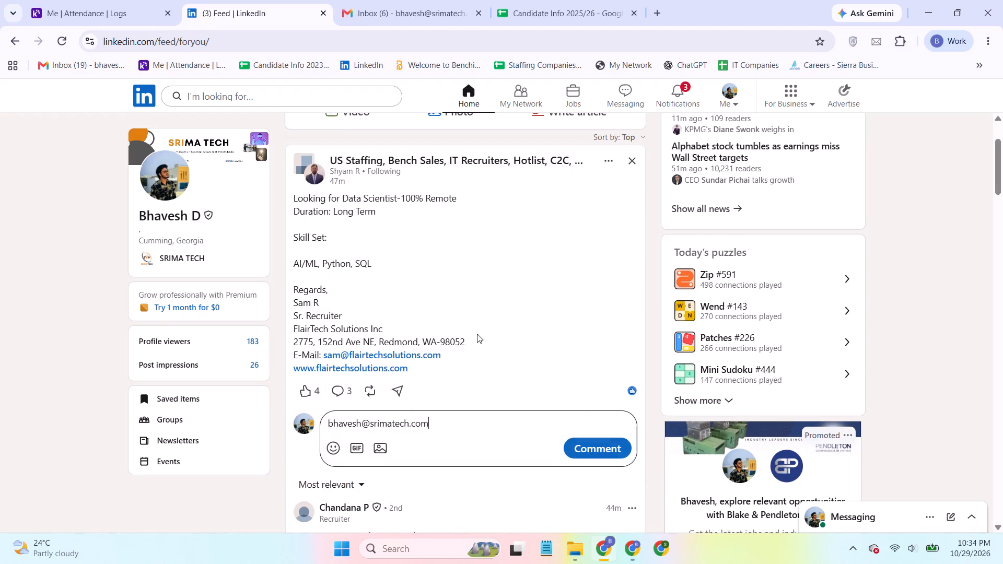